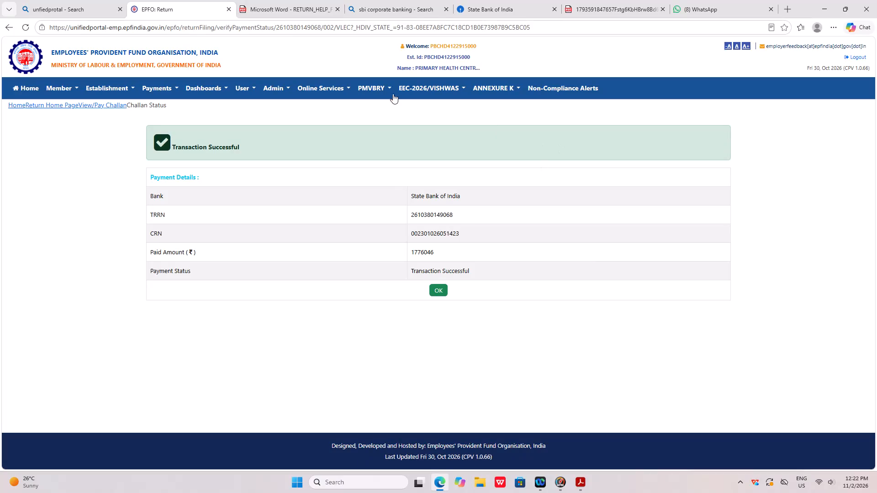
pyautogui.click(402, 88)
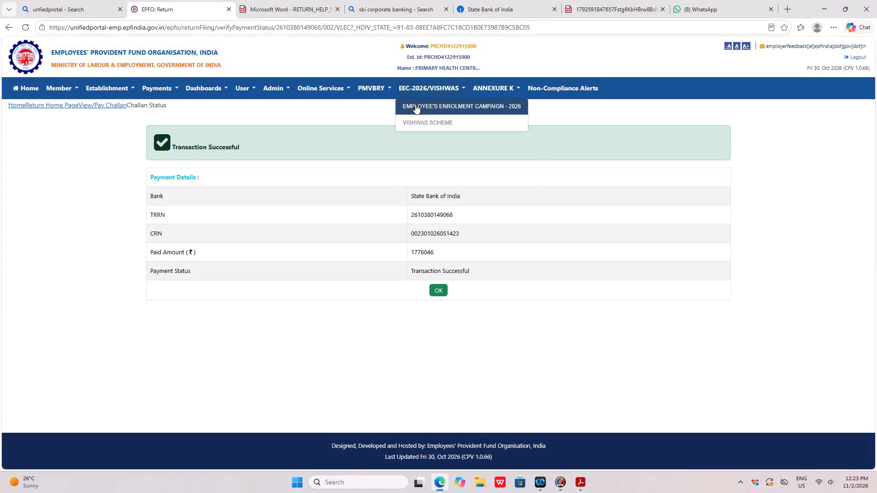
pyautogui.click(415, 104)
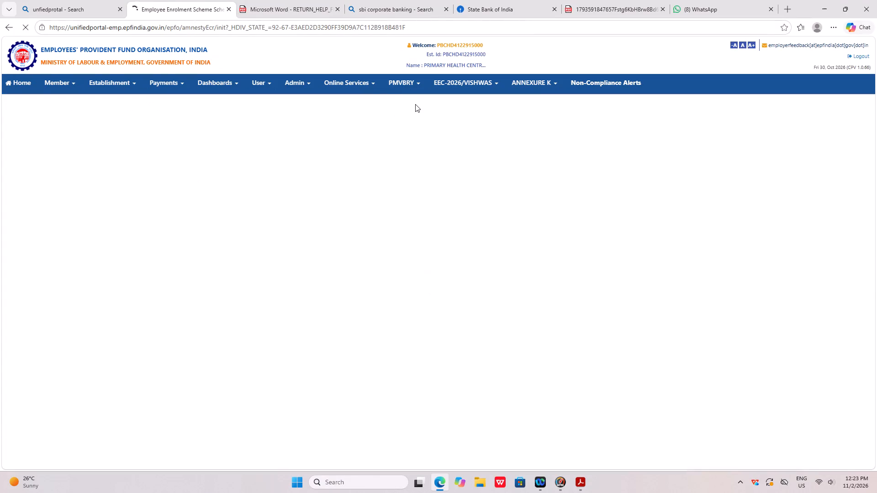
pyautogui.scroll(-5, 409, 197)
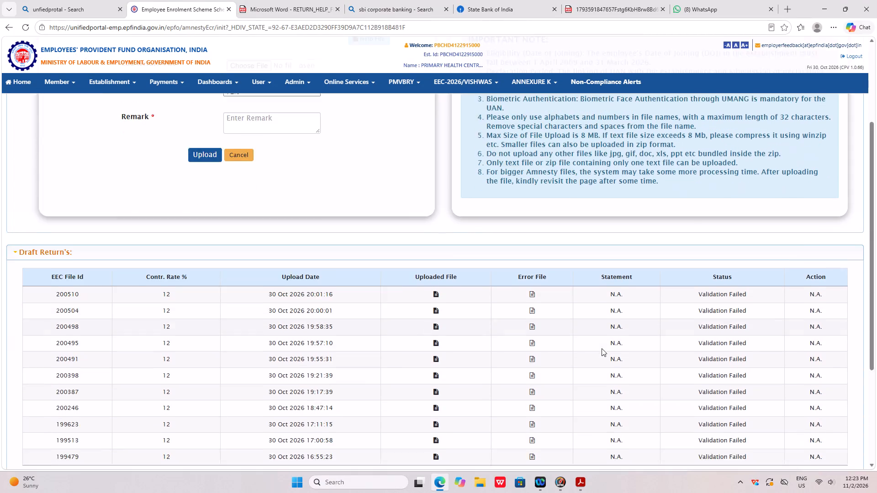
pyautogui.scroll(-4, 602, 348)
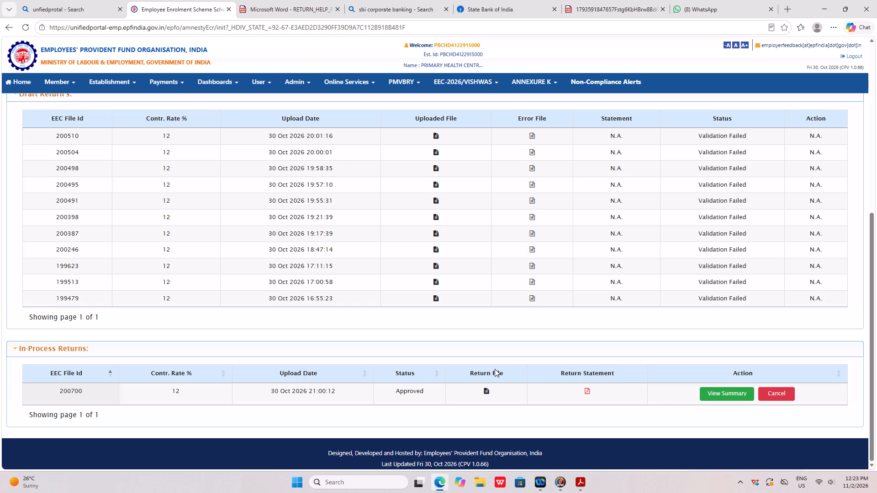
pyautogui.click(738, 392)
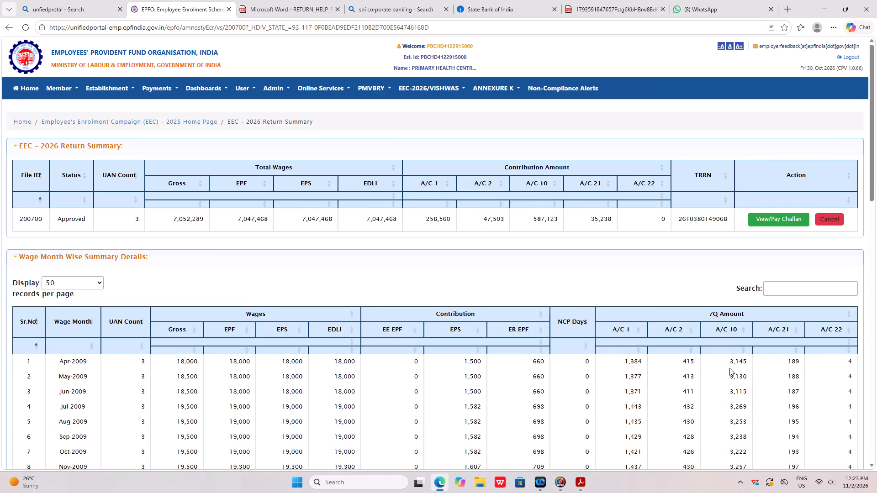
pyautogui.click(790, 218)
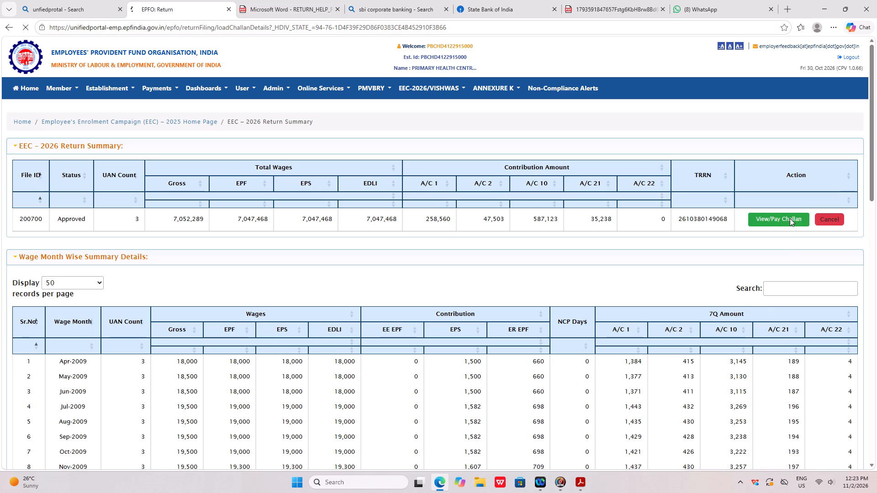
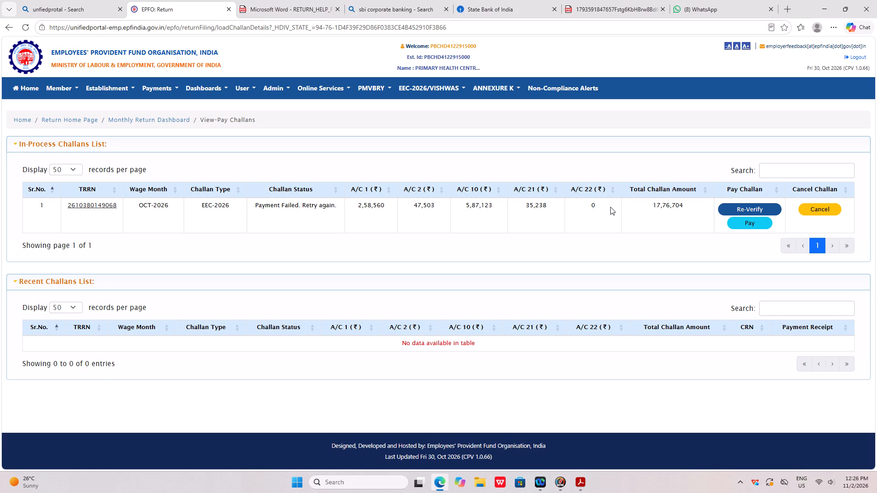
# Re-verify the payment status of the OCT-2026 EEC-2026 challan five times, returning to the in-process challans list between checks.
pyautogui.click(763, 209)
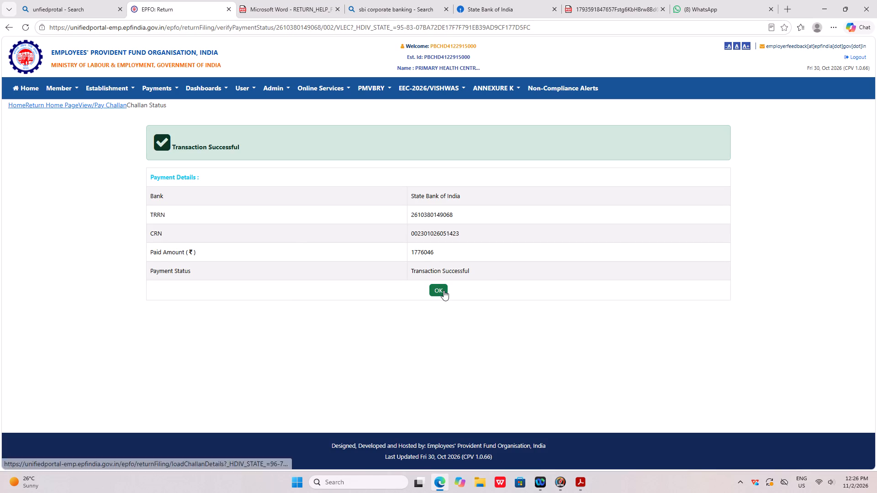
pyautogui.click(444, 290)
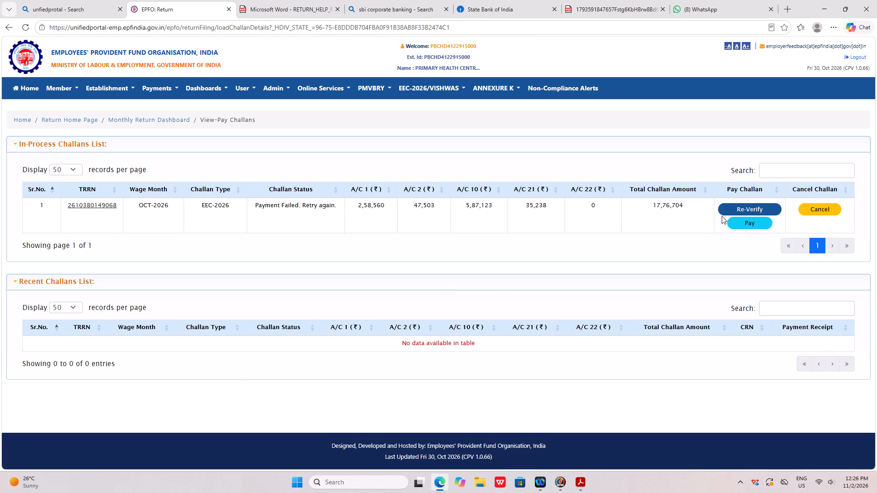
pyautogui.click(738, 209)
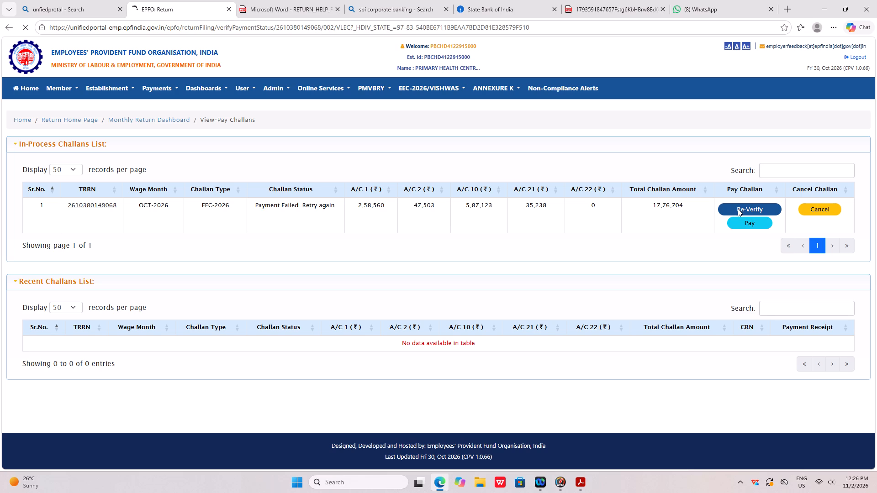
pyautogui.click(438, 289)
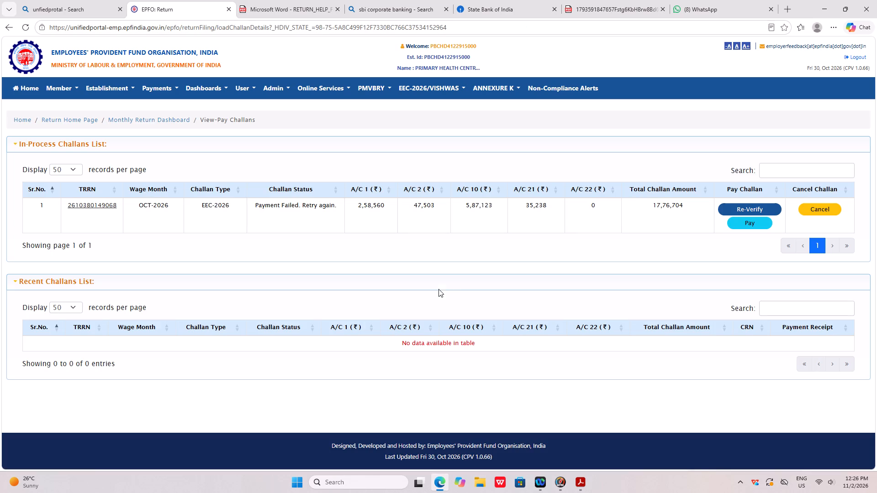
pyautogui.click(752, 209)
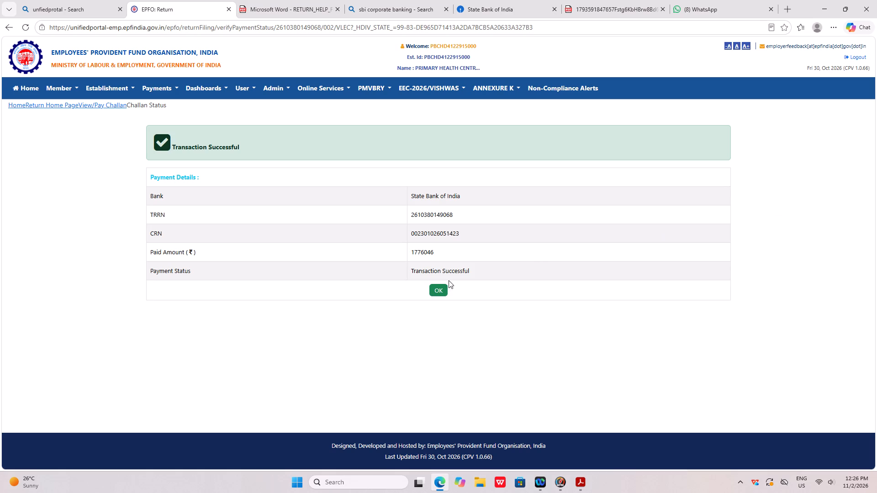
pyautogui.click(441, 288)
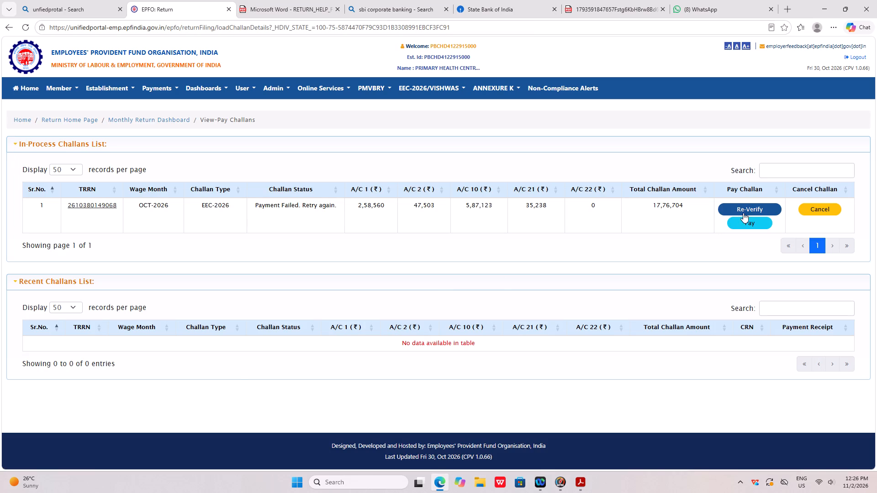
pyautogui.click(752, 208)
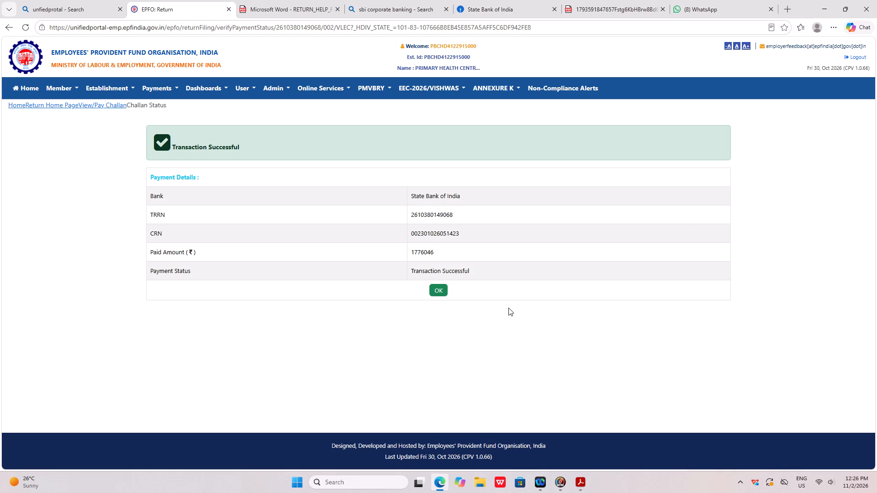
pyautogui.click(439, 287)
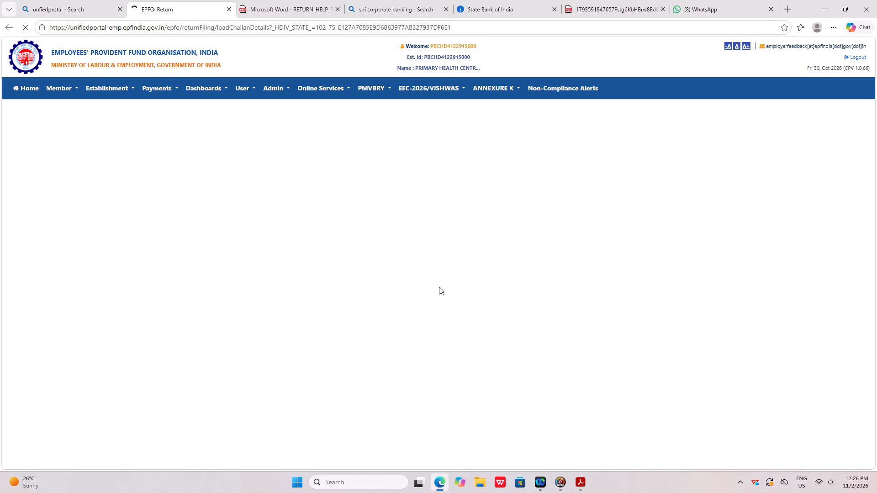
pyautogui.click(756, 209)
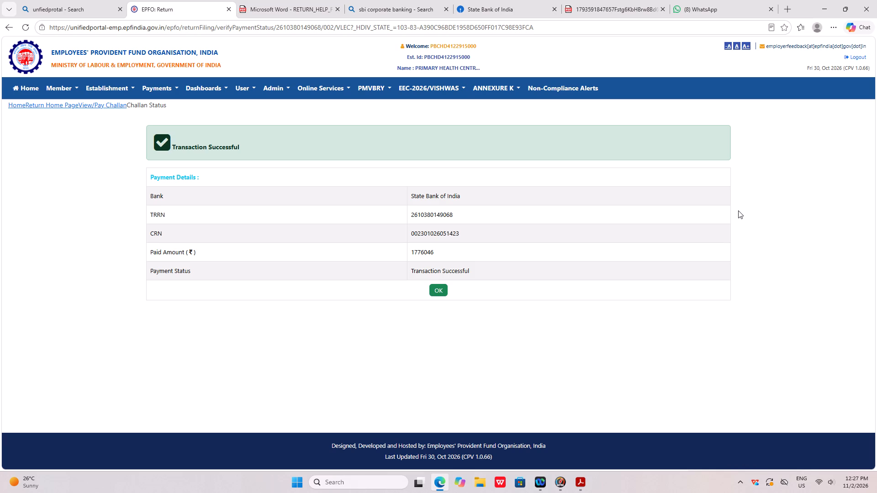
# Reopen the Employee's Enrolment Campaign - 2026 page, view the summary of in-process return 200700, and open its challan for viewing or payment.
pyautogui.click(439, 89)
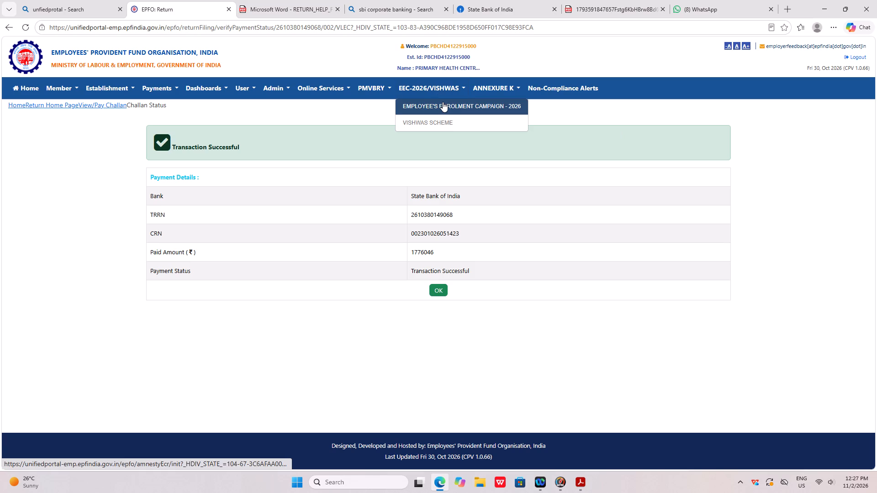
pyautogui.click(443, 103)
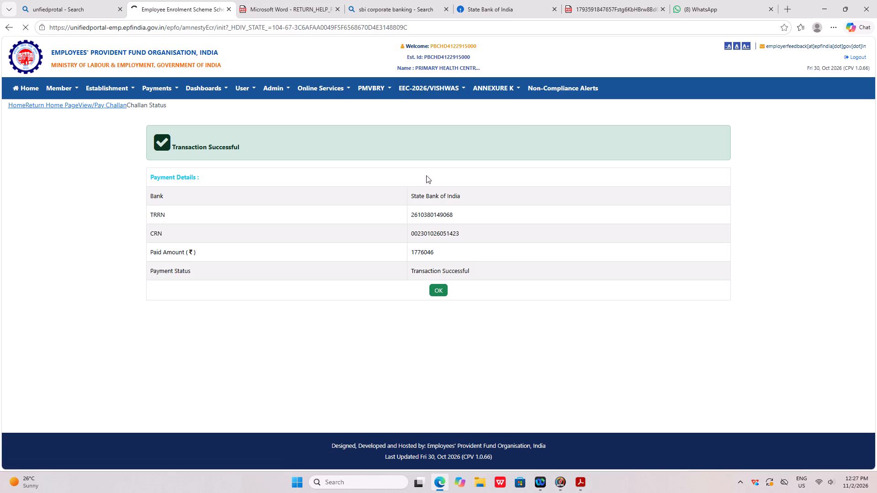
pyautogui.scroll(-7, 365, 329)
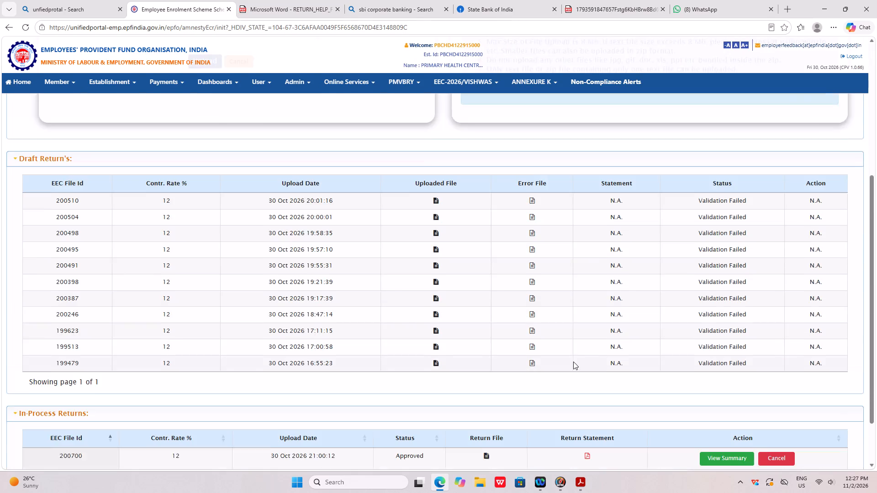
pyautogui.scroll(-3, 573, 362)
pyautogui.click(740, 395)
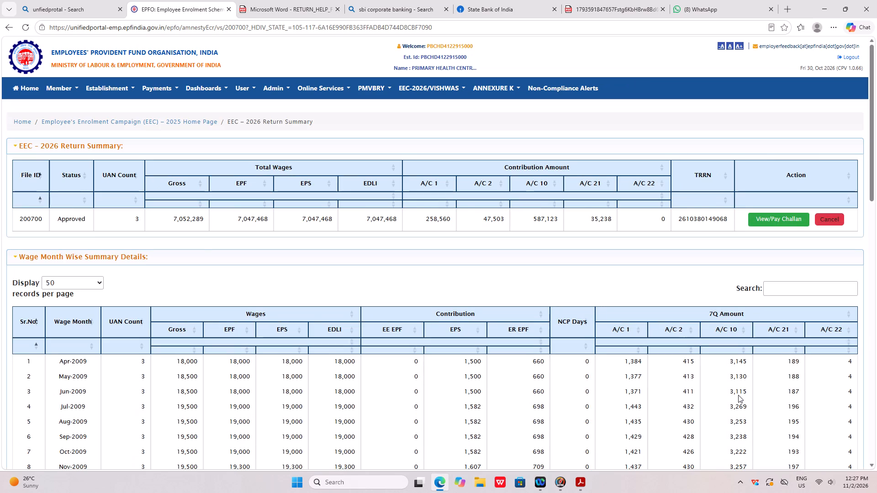
pyautogui.click(783, 220)
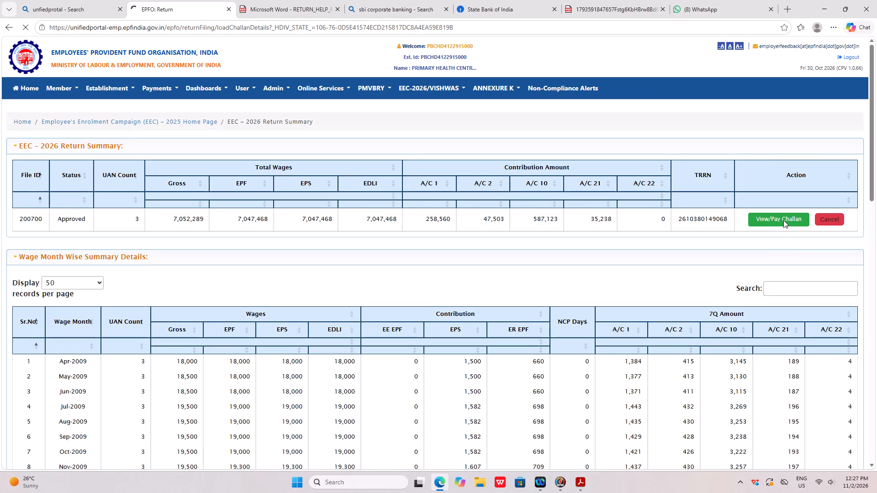
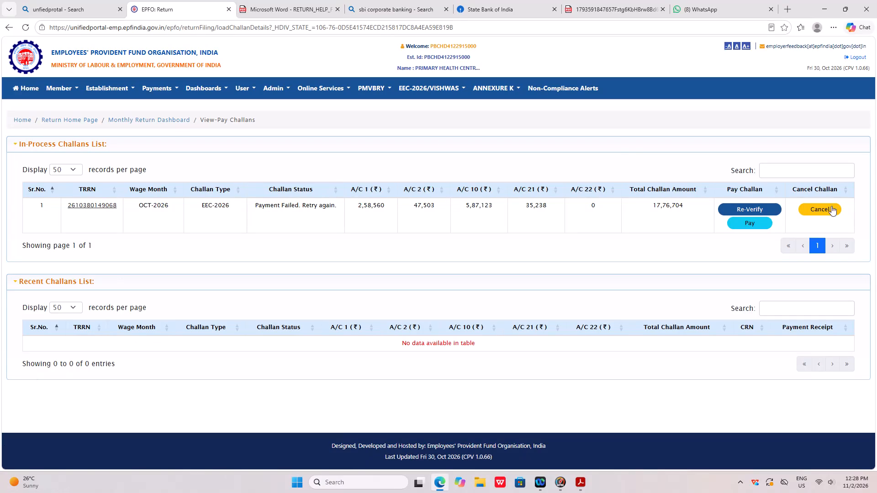
# Re-verify the payment status of the in-process OCT-2026 EEC-2026 challan once more and acknowledge the payment details shown.
pyautogui.click(762, 209)
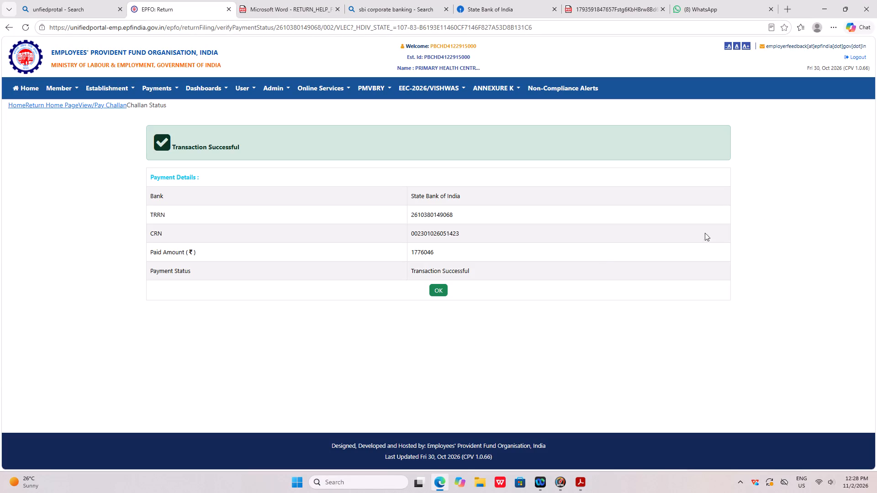
pyautogui.click(429, 290)
# Acknowledge the payment details and start a payment for the OCT-2026 EEC-2026 challan in the in-process challans list.
pyautogui.click(440, 290)
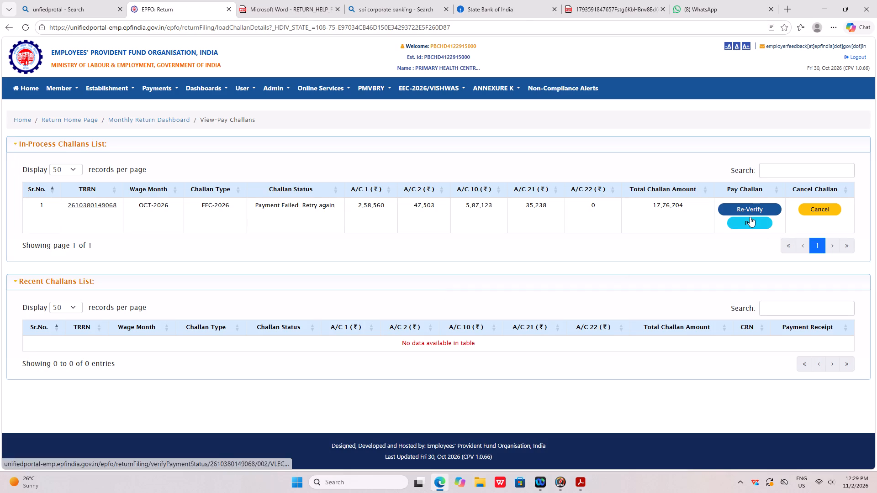
pyautogui.click(750, 221)
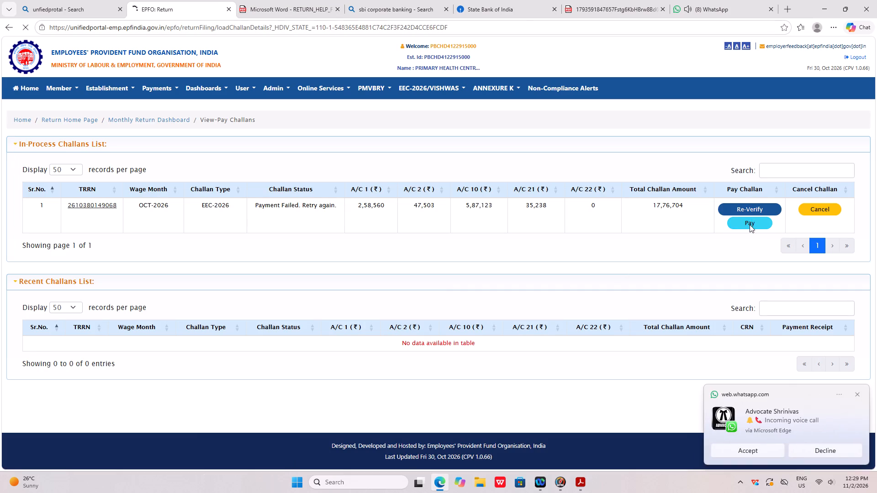